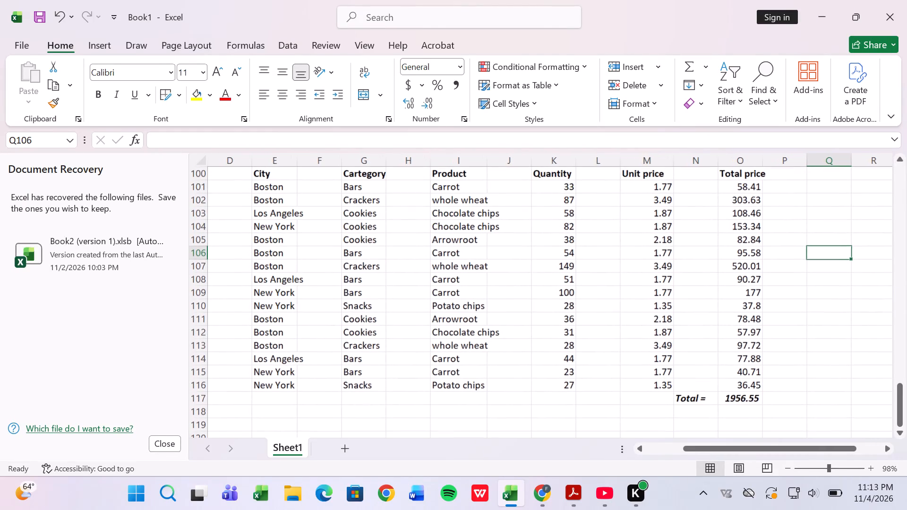
# Select the empty cell D120, a few rows below the sales table's Total row.
pyautogui.scroll(-1, 458, 381)
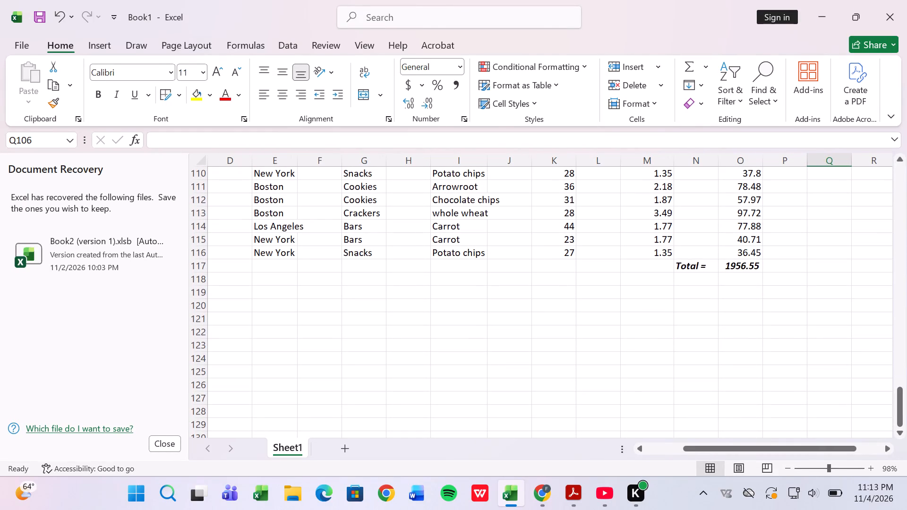
pyautogui.click(233, 305)
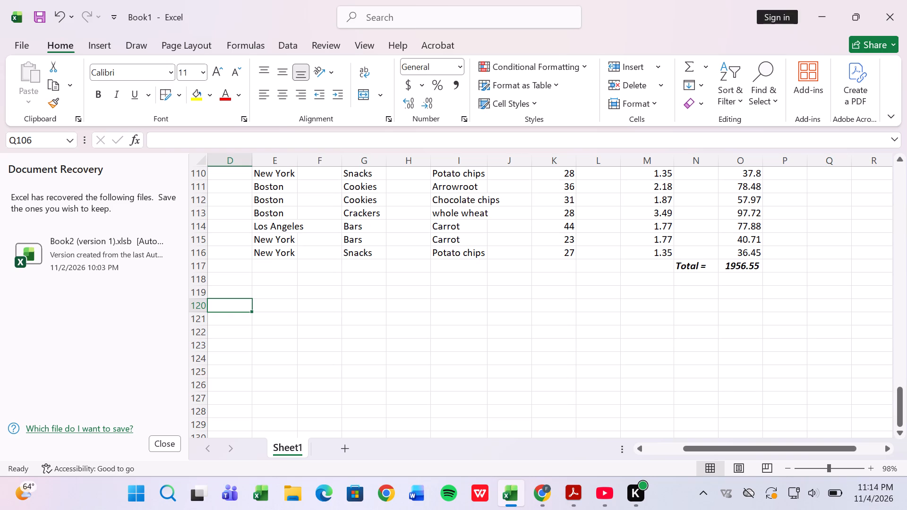
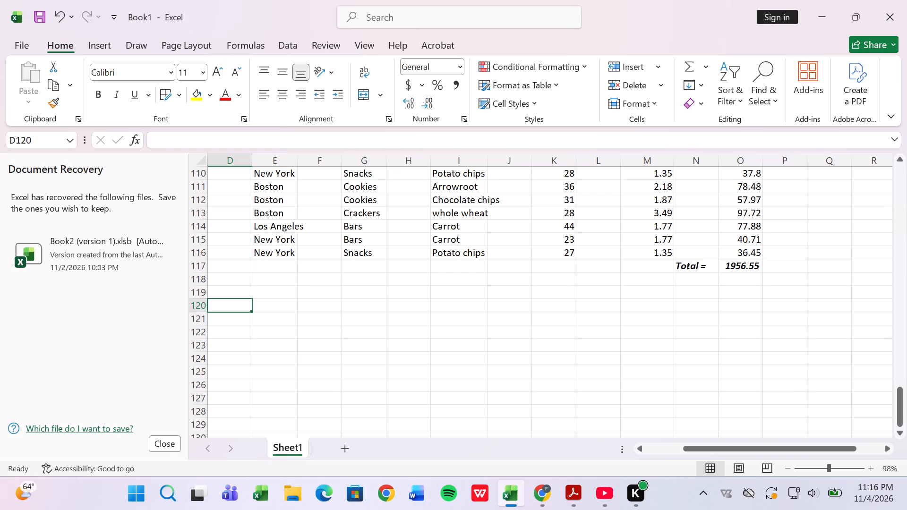
# Enter the bold column heading "Expense catecory" in cell D120.
pyautogui.click(235, 312)
pyautogui.click(229, 306)
pyautogui.click(92, 93)
pyautogui.hotkey('shift', 'e')
pyautogui.press('x')
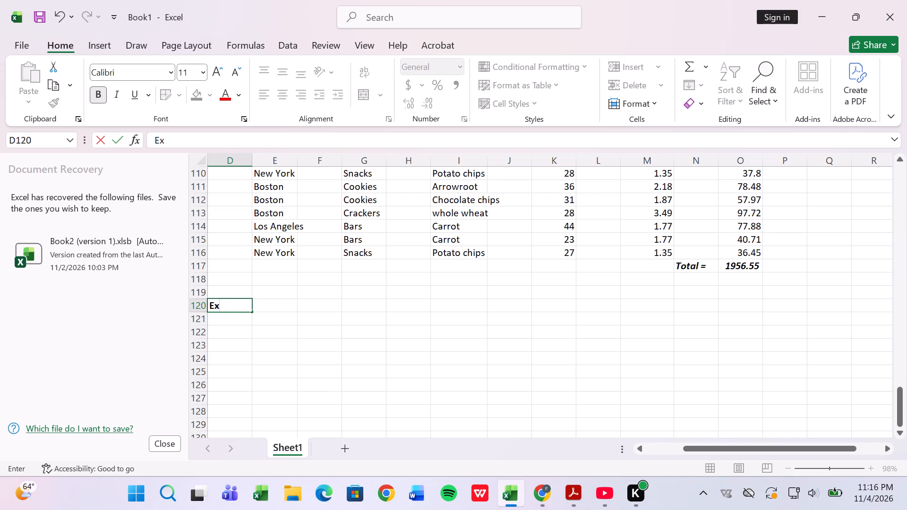
pyautogui.write('pen')
pyautogui.write('se cate')
pyautogui.write('co')
pyautogui.write('ry')
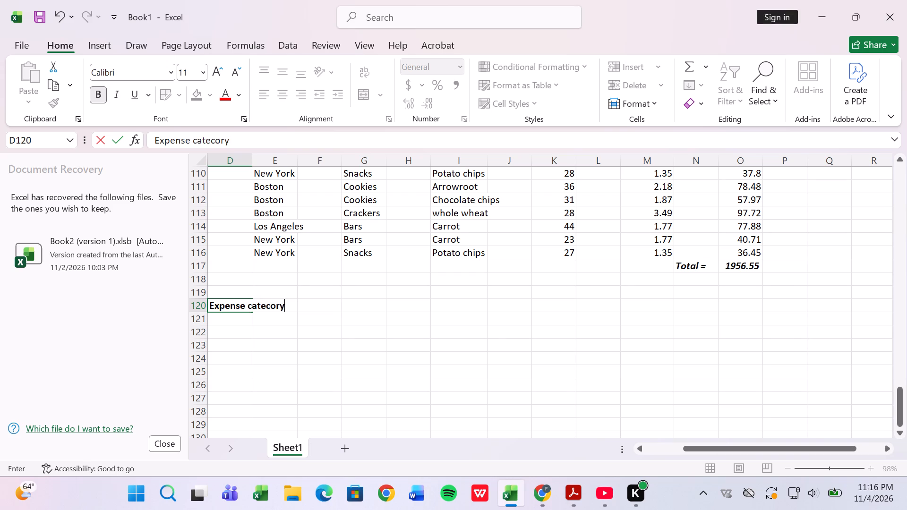
# Add the bold column heading "Planned expenses" in cell F120, beside the expense category heading.
pyautogui.click(322, 305)
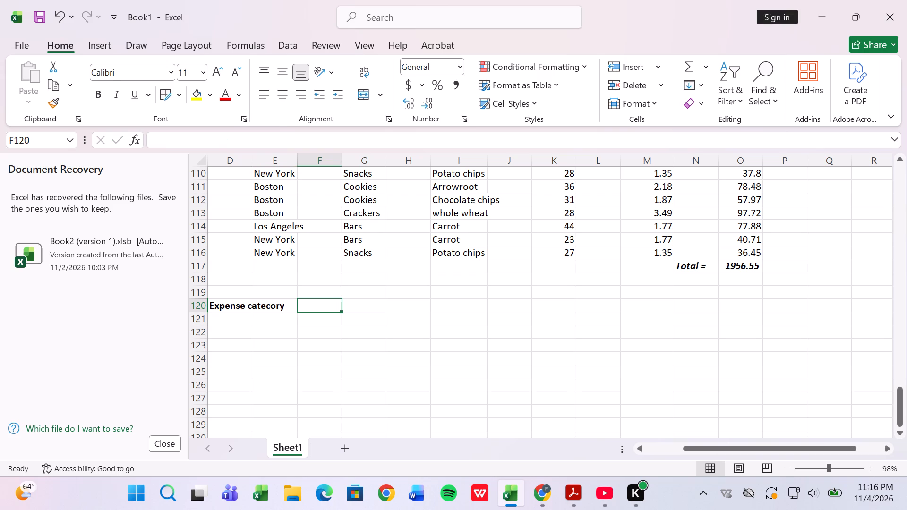
pyautogui.click(94, 94)
pyautogui.write('Pl')
pyautogui.write('anne')
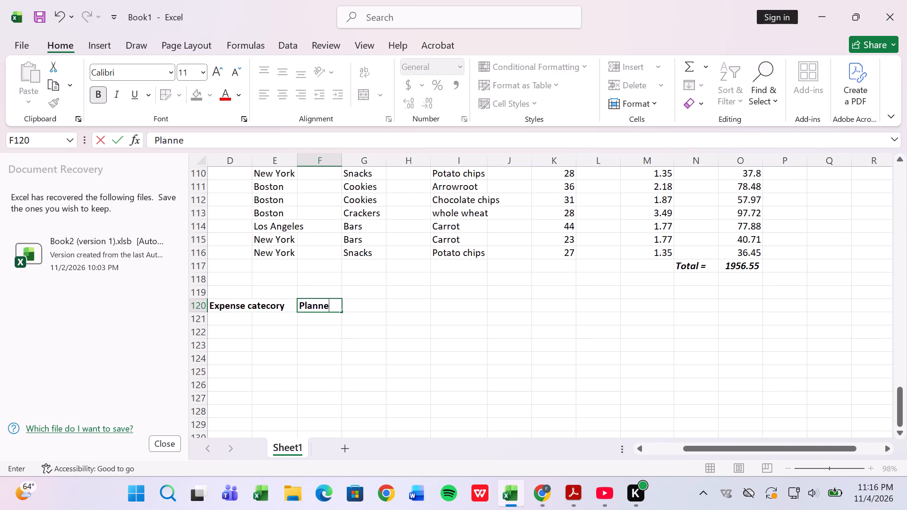
pyautogui.press('d')
pyautogui.press('space')
pyautogui.write('e')
pyautogui.write('xpen')
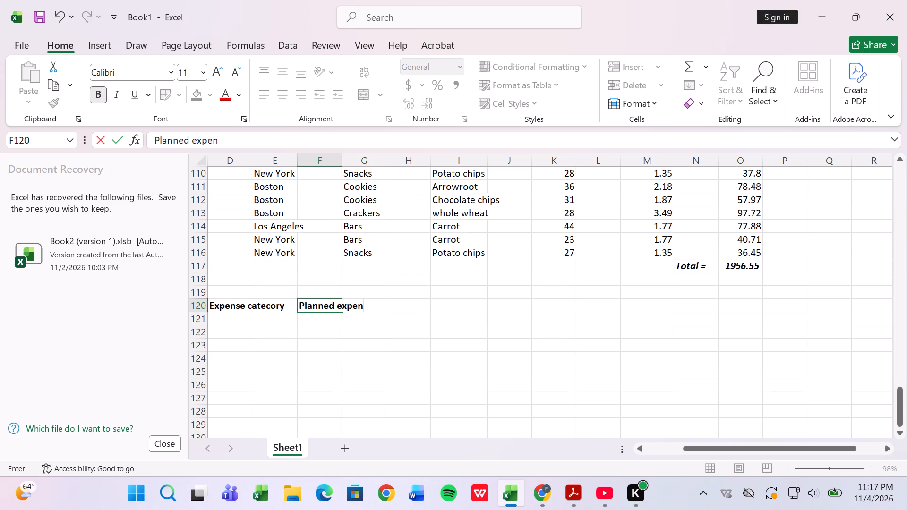
pyautogui.write('se')
pyautogui.press('s')
# Enter the category labels "Employs cost" in D121 and "Office cost" in D122.
pyautogui.click(231, 322)
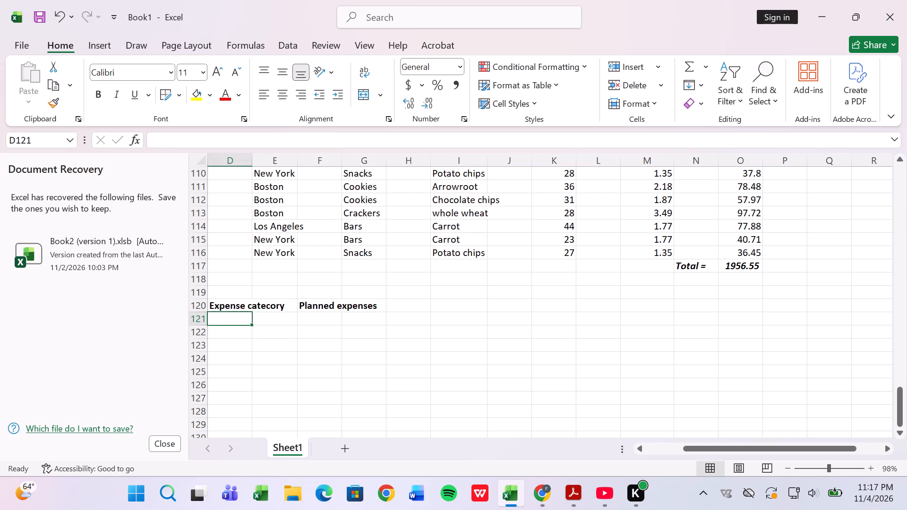
pyautogui.hotkey('shift', 'e')
pyautogui.write('mplo')
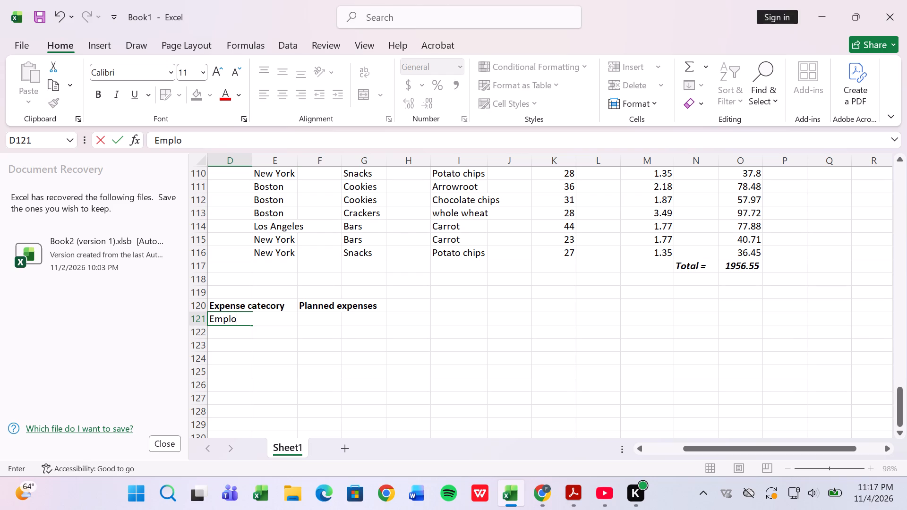
pyautogui.write('ys co')
pyautogui.write('st')
pyautogui.press('Down')
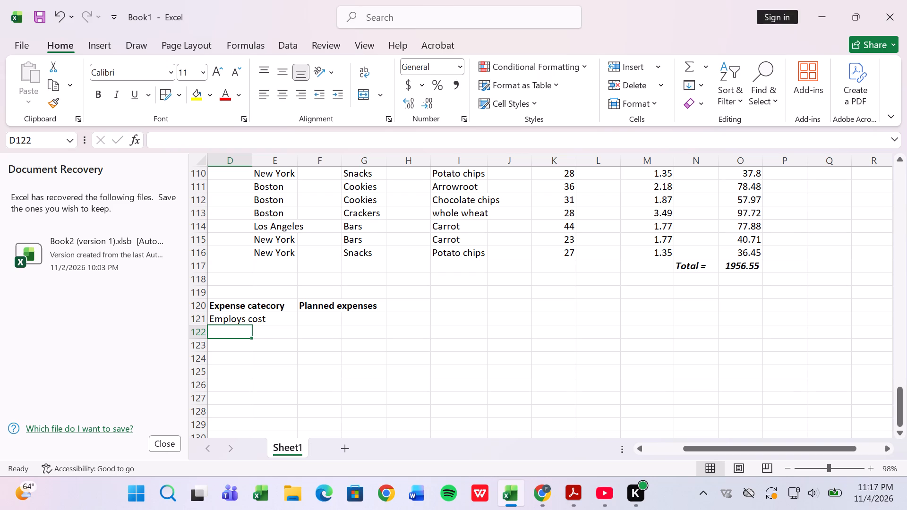
pyautogui.hotkey('shift', 'o')
pyautogui.write('ff')
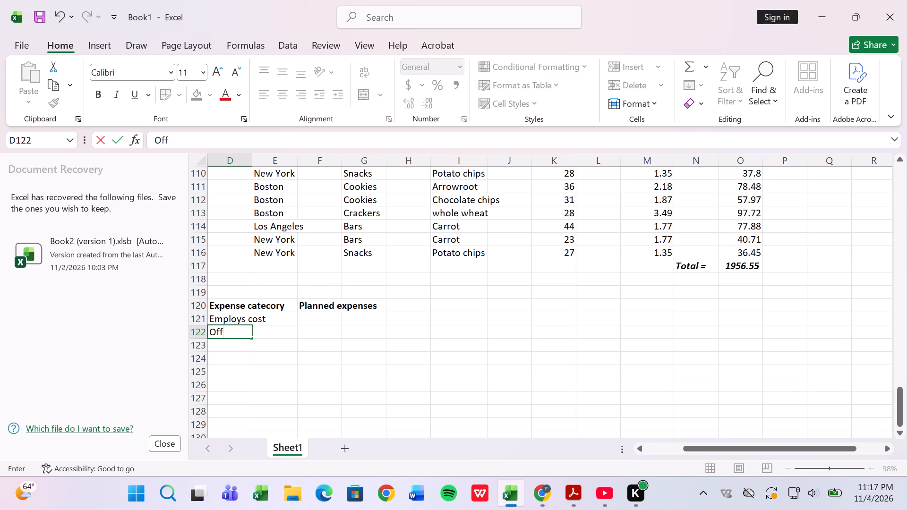
pyautogui.write('ice')
pyautogui.press('space')
pyautogui.write('co')
pyautogui.write('st')
pyautogui.press('Down')
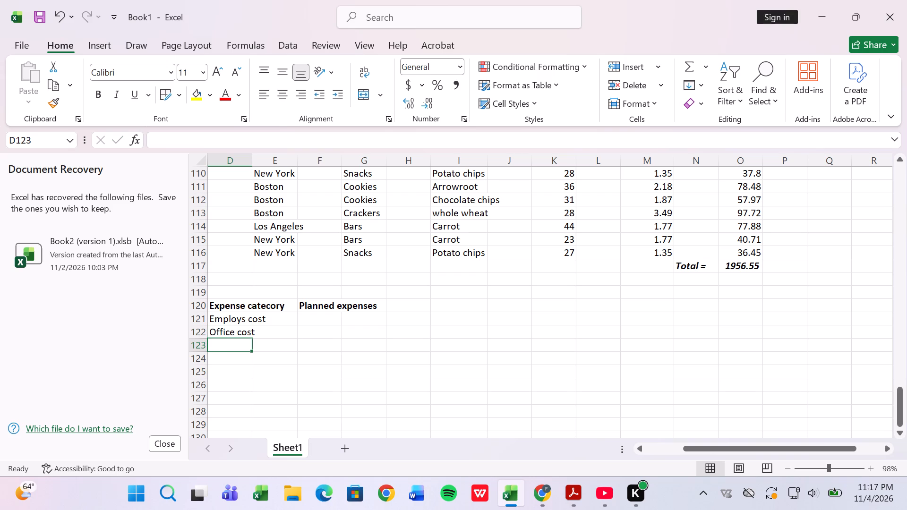
# Continue the category list with "Marketing cost" in D123 and "Training costs" in D124.
pyautogui.write('Mark')
pyautogui.write('etin')
pyautogui.write('g cost')
pyautogui.press('Down')
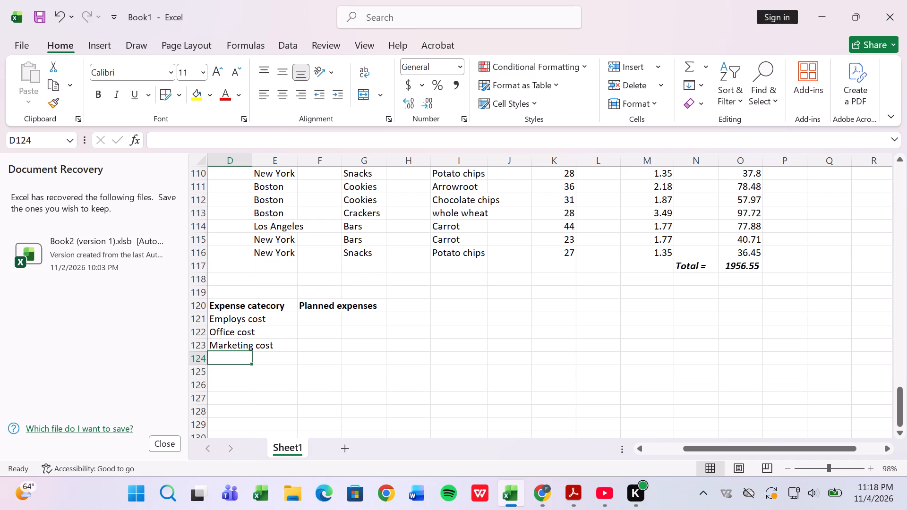
pyautogui.hotkey('shift', 't')
pyautogui.write('ran')
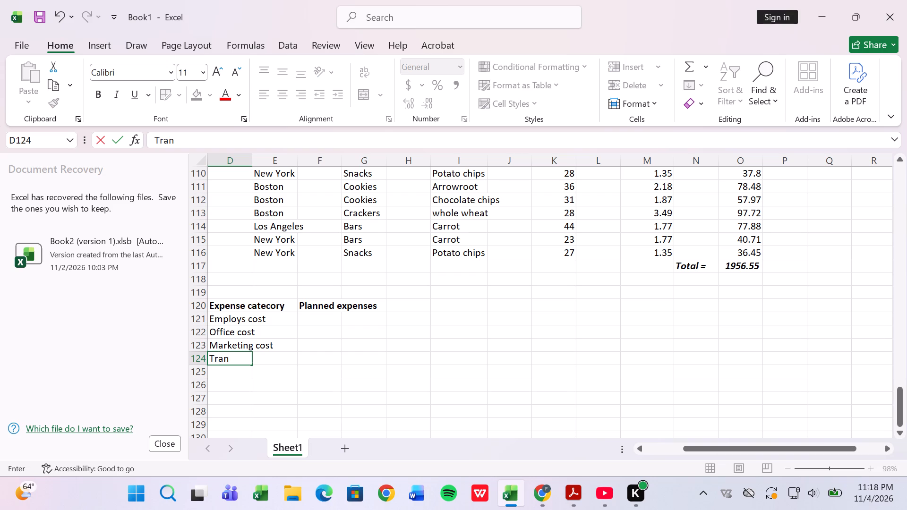
pyautogui.press('BackSpace')
pyautogui.write('ining co')
pyautogui.write('st')
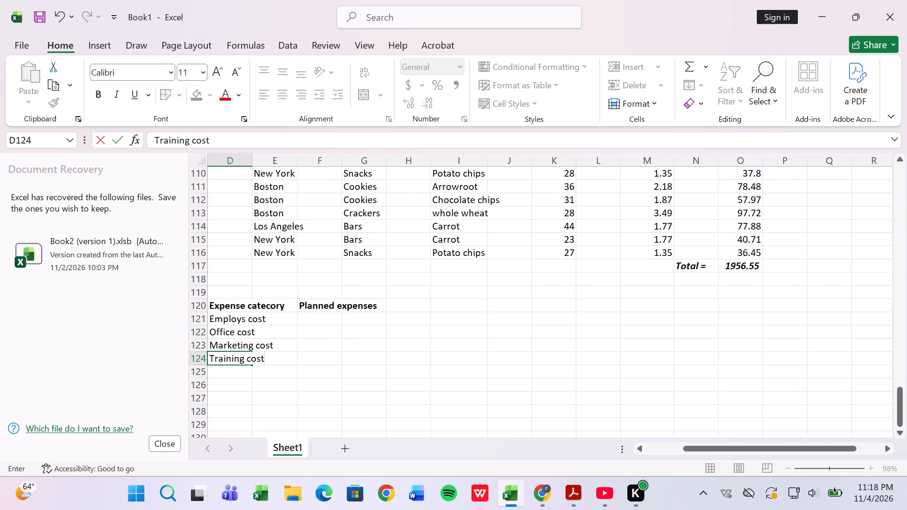
pyautogui.press('s')
# Add a bold "TOTALS" label in D125, below the expense categories.
pyautogui.click(228, 374)
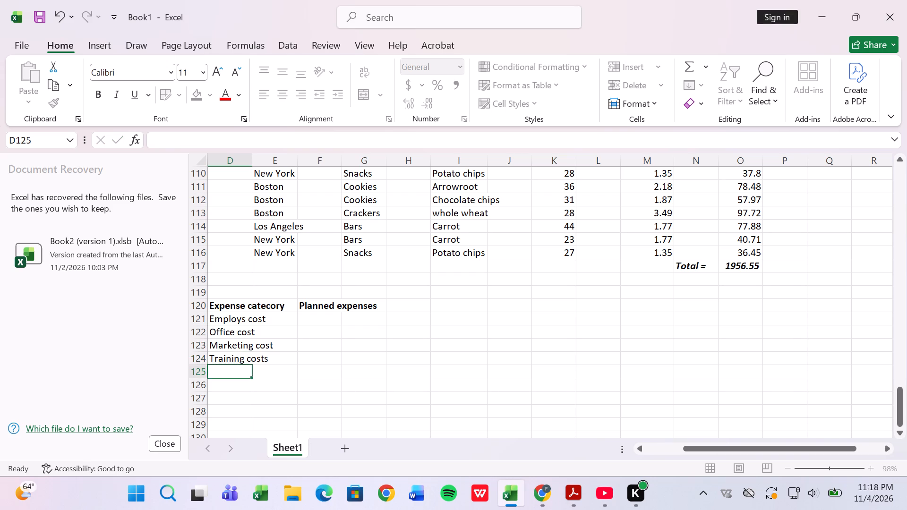
pyautogui.click(97, 99)
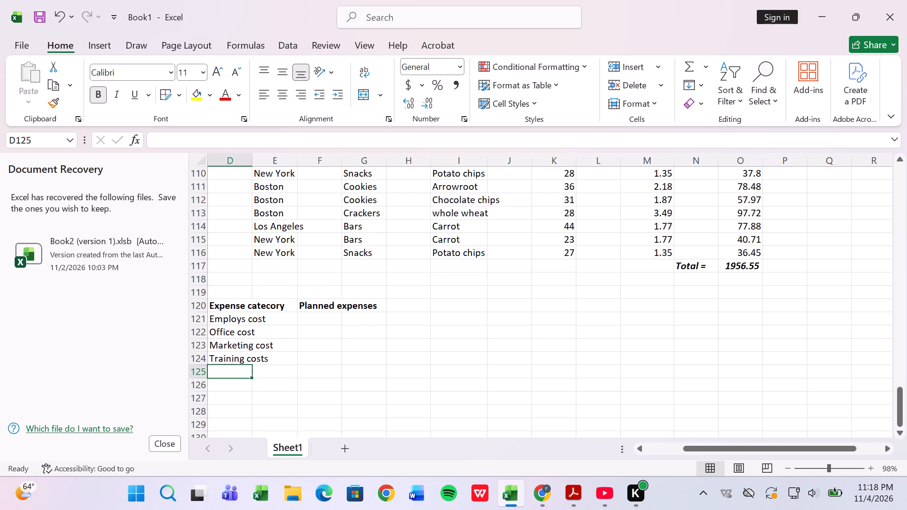
pyautogui.write('TOTALS')
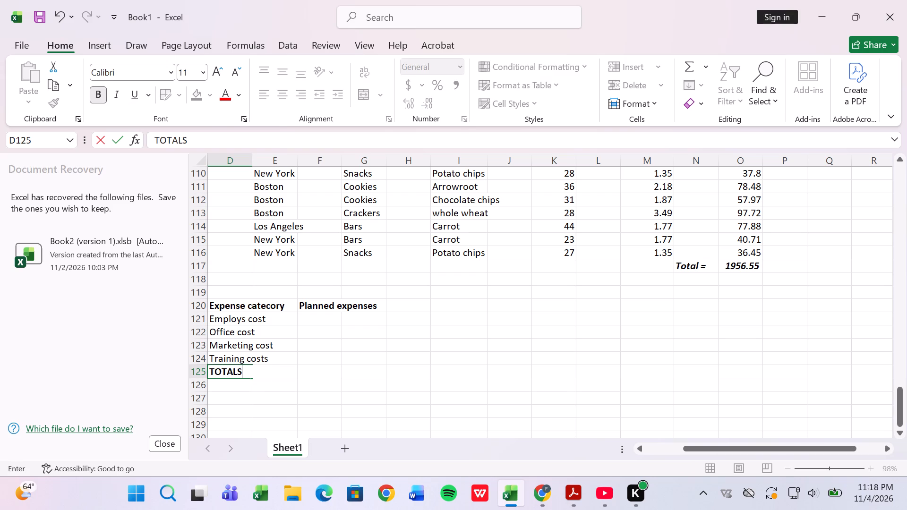
# Enter 1366090 in F121 as the planned expense for Employs cost.
pyautogui.click(312, 317)
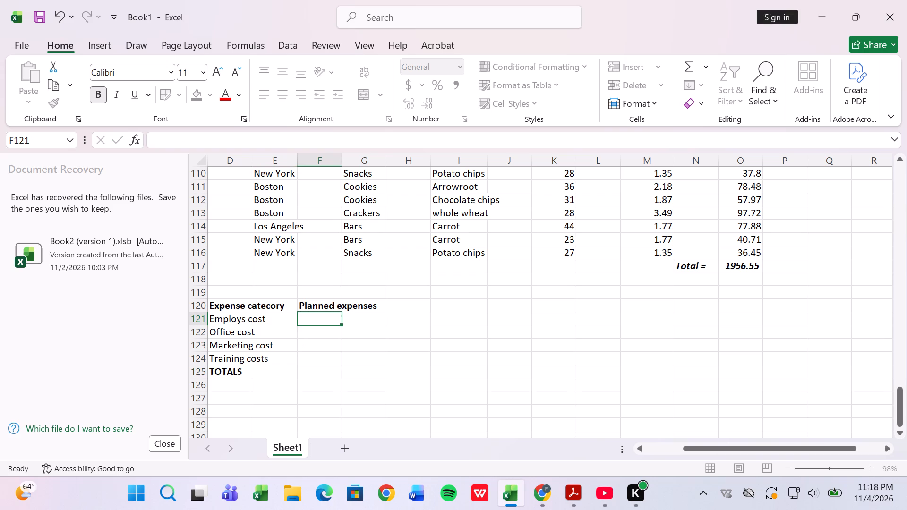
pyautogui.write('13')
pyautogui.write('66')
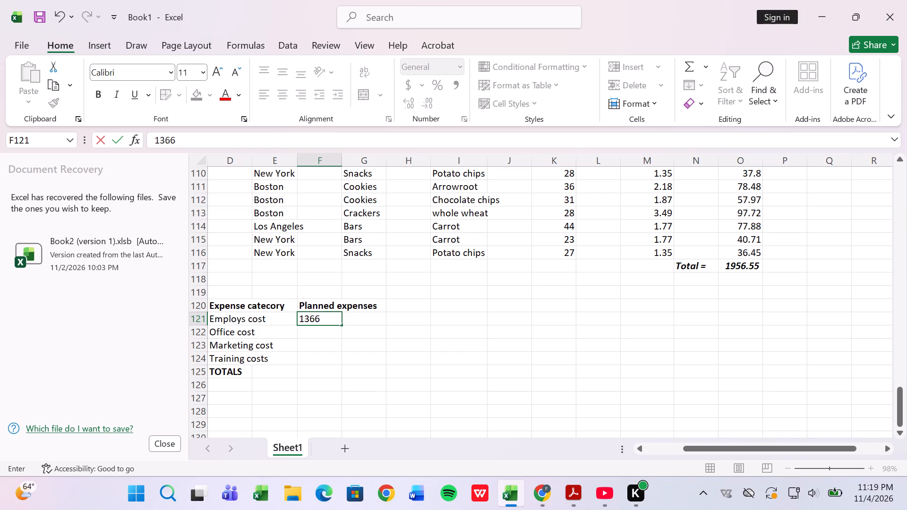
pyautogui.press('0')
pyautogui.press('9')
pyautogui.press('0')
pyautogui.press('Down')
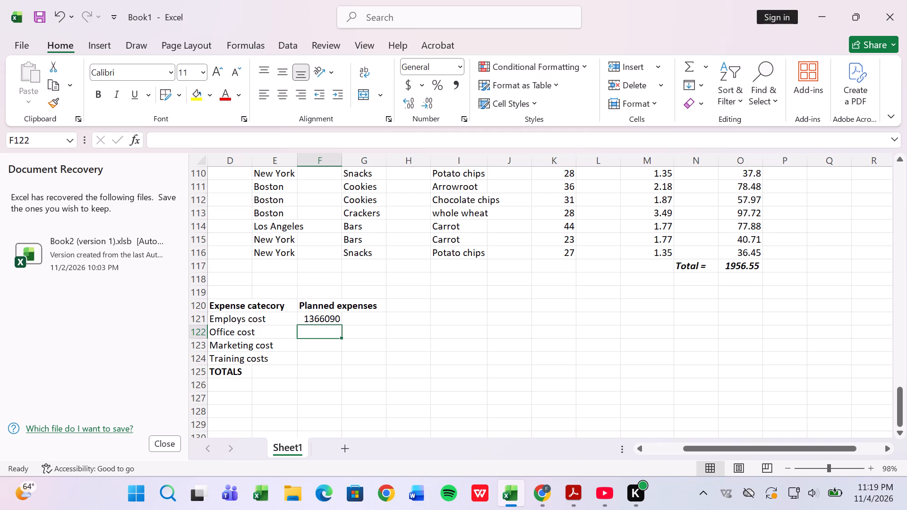
# Enter the planned expenses 138740 for Office cost in F122, 67800 for Marketing cost in F123 and 48000 for Training costs in F124.
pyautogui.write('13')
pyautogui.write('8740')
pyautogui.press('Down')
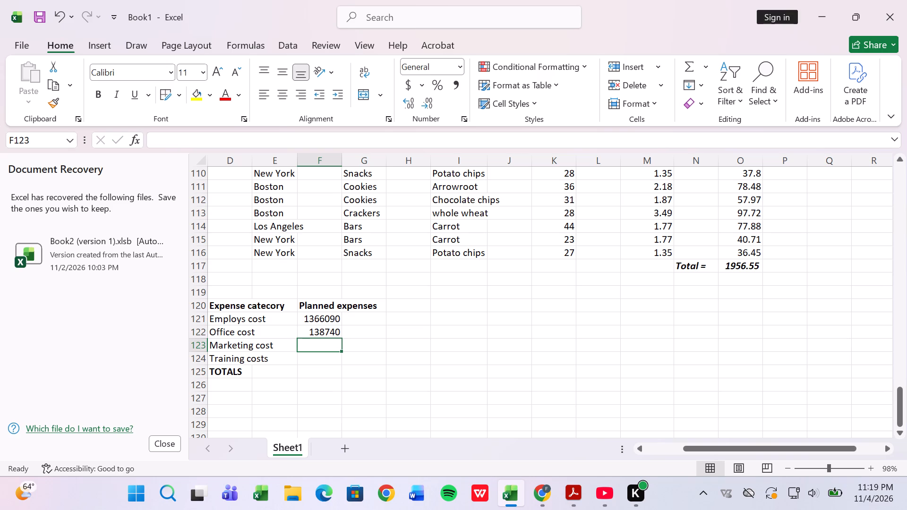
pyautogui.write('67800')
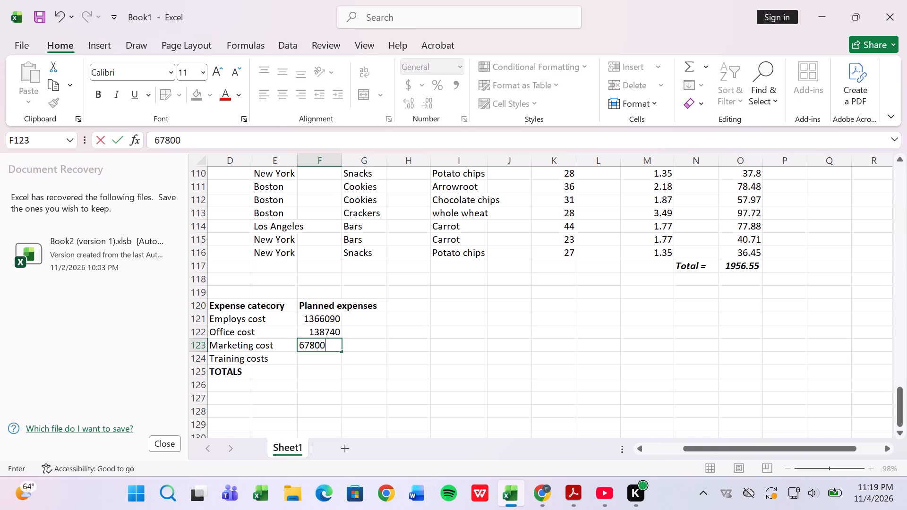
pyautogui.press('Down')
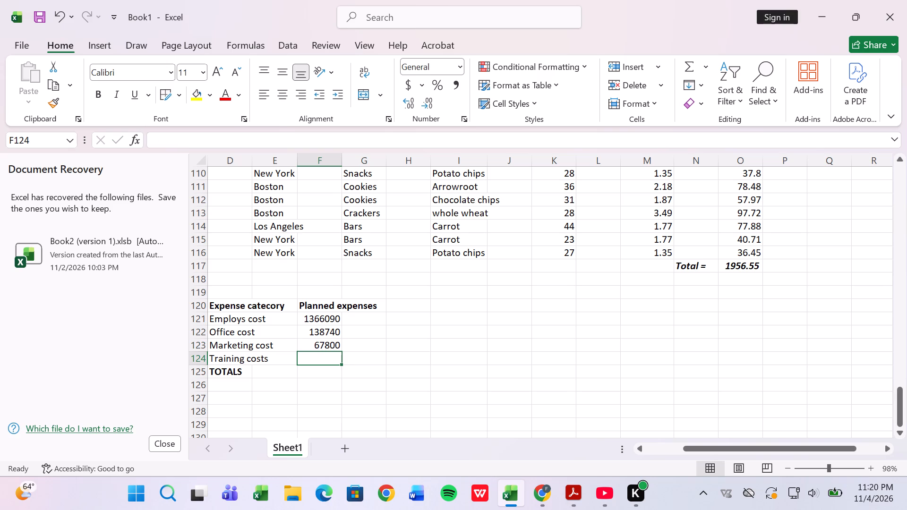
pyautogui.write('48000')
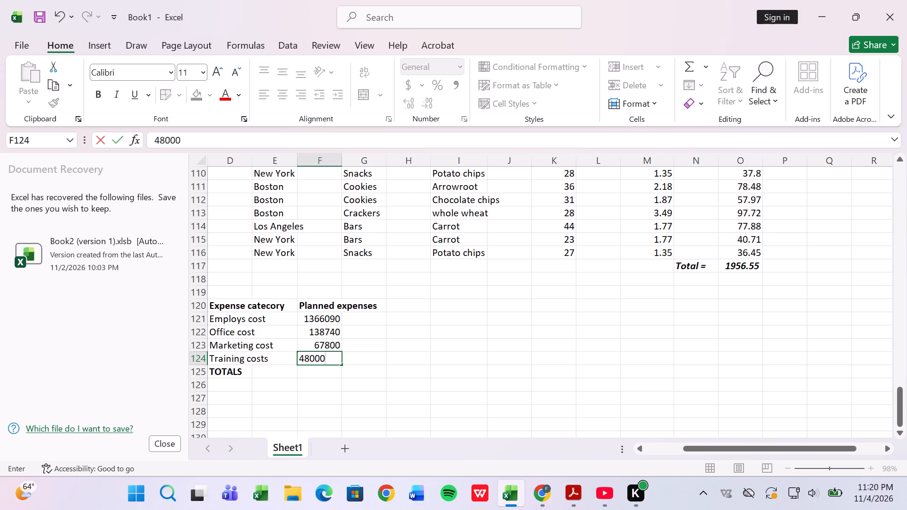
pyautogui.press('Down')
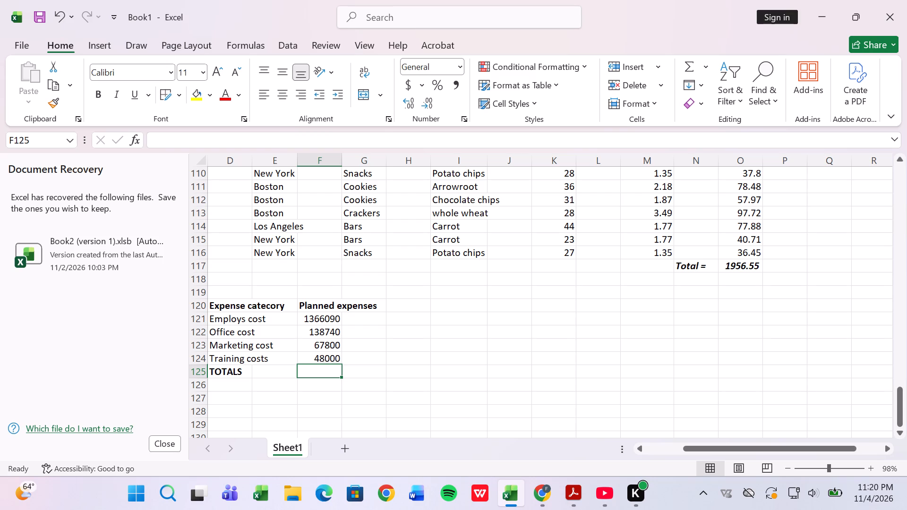
# Enter 160963 in F125 as the planned expenses figure in the TOTALS row.
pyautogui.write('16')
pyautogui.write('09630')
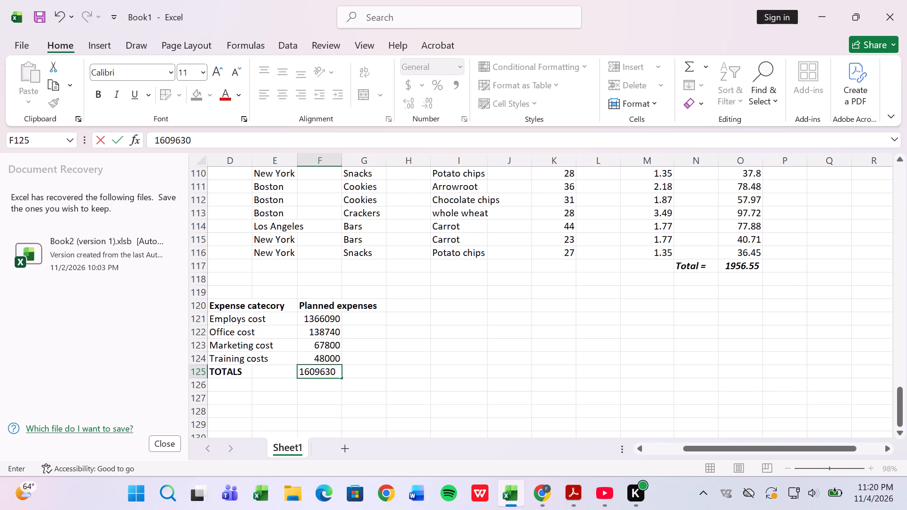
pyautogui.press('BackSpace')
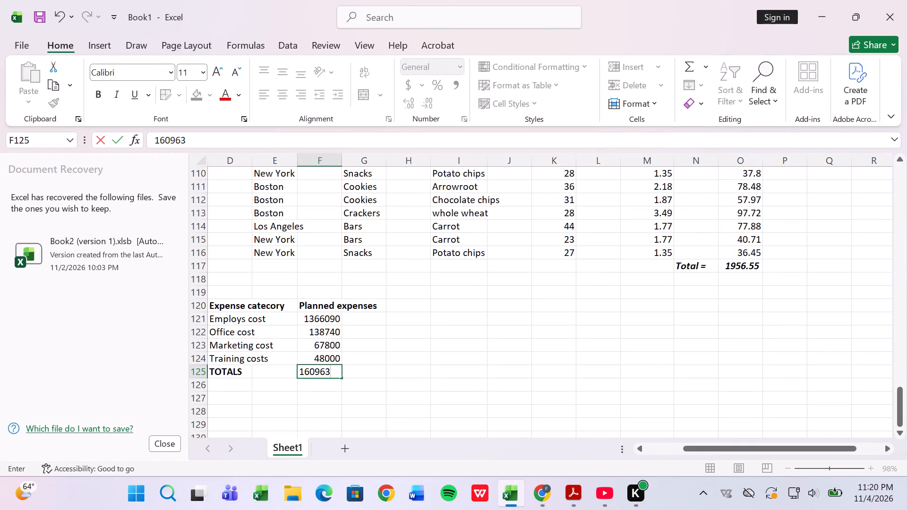
# Add a bold "Actual expence" column header in I120, on the same row as the Planned expenses header.
pyautogui.click(436, 305)
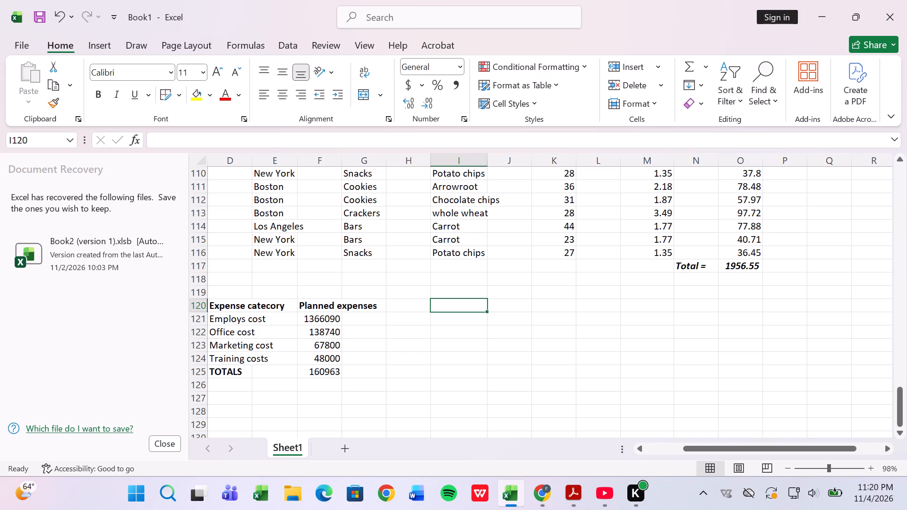
pyautogui.click(94, 96)
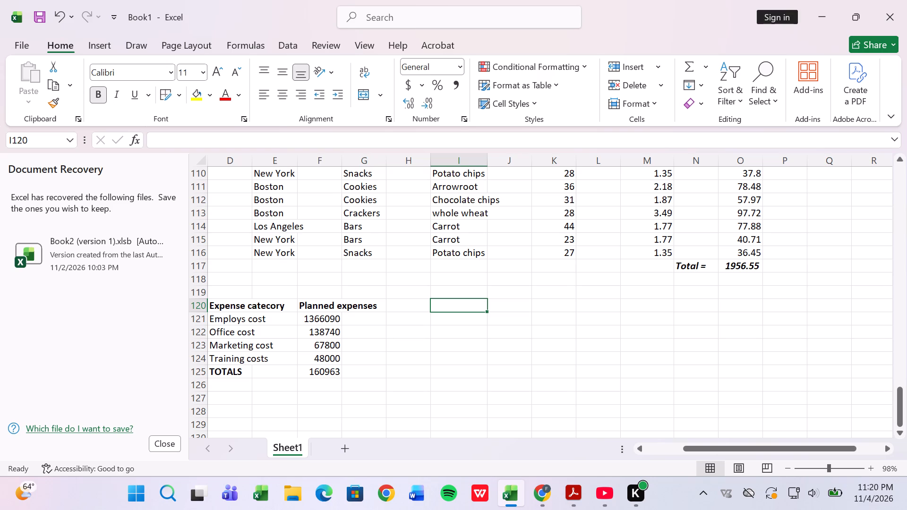
pyautogui.hotkey('shift', 'a')
pyautogui.press('c')
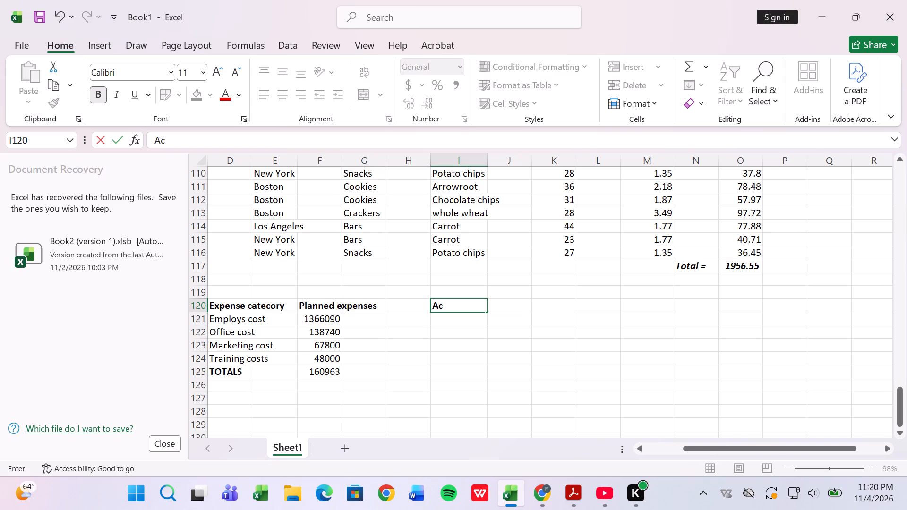
pyautogui.press('t')
pyautogui.write('ual')
pyautogui.press('space')
pyautogui.write('expence')
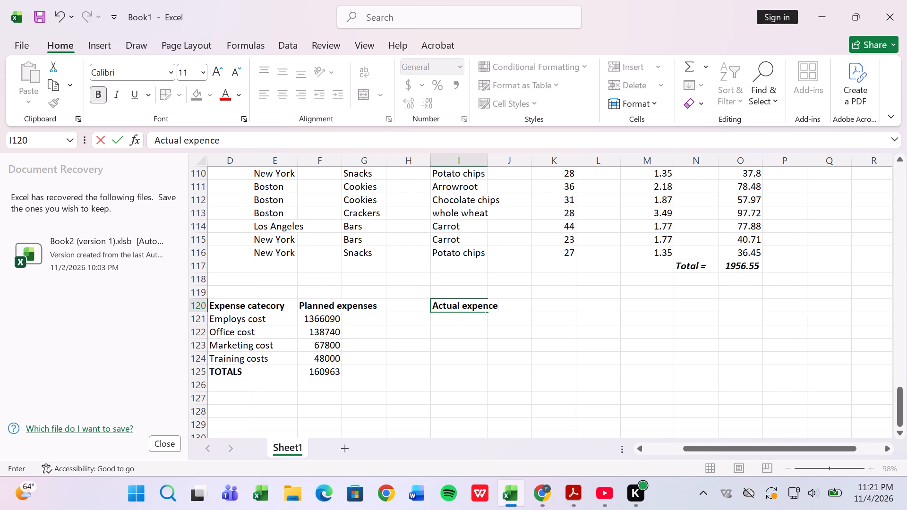
pyautogui.press('Return')
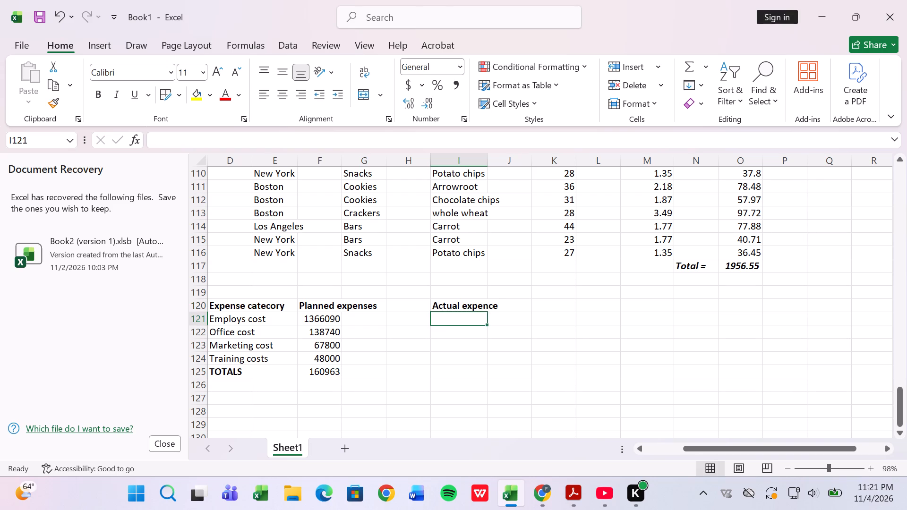
# Replace the header text in I120 with "Actual expenses".
pyautogui.press('Up')
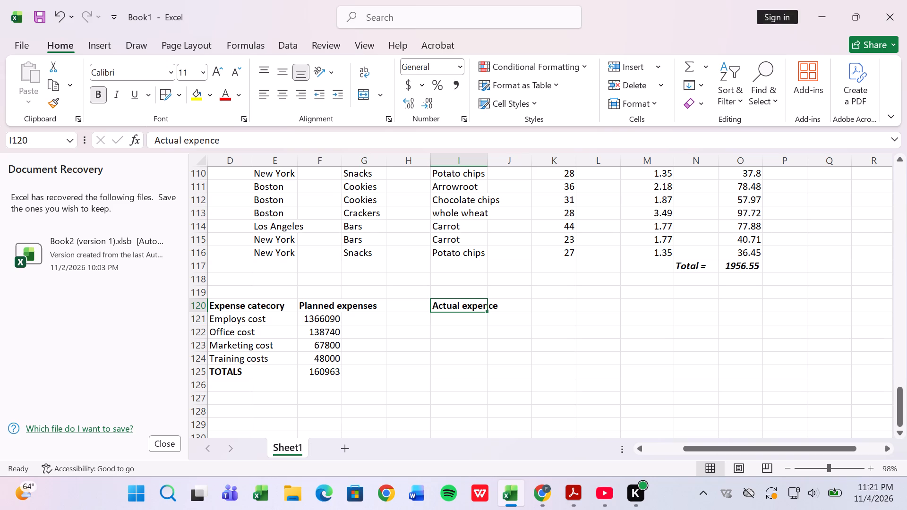
pyautogui.press('BackSpace')
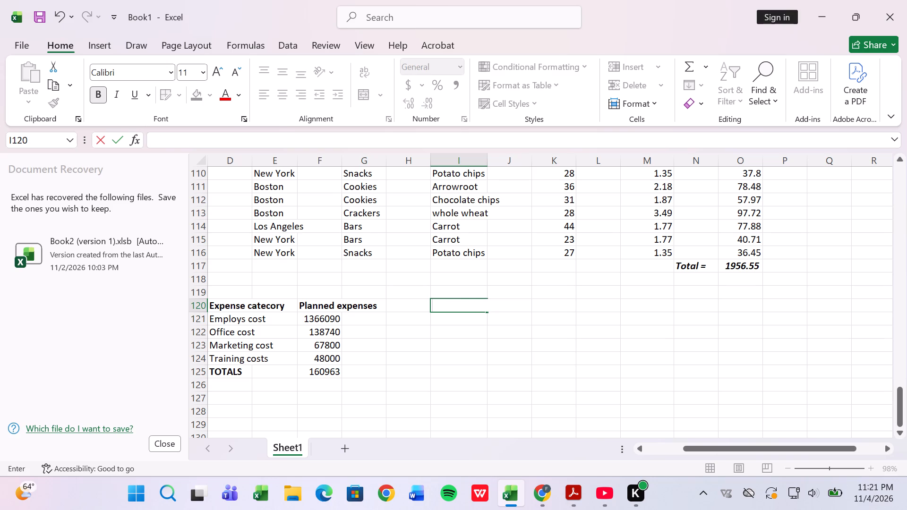
pyautogui.hotkey('shift', 'a')
pyautogui.write('ctual')
pyautogui.press('space')
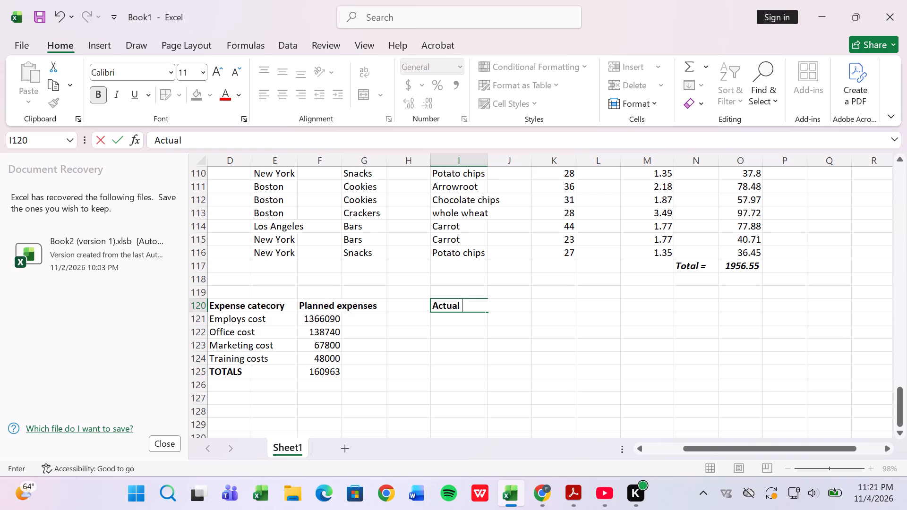
pyautogui.press('e')
pyautogui.write('xpenses')
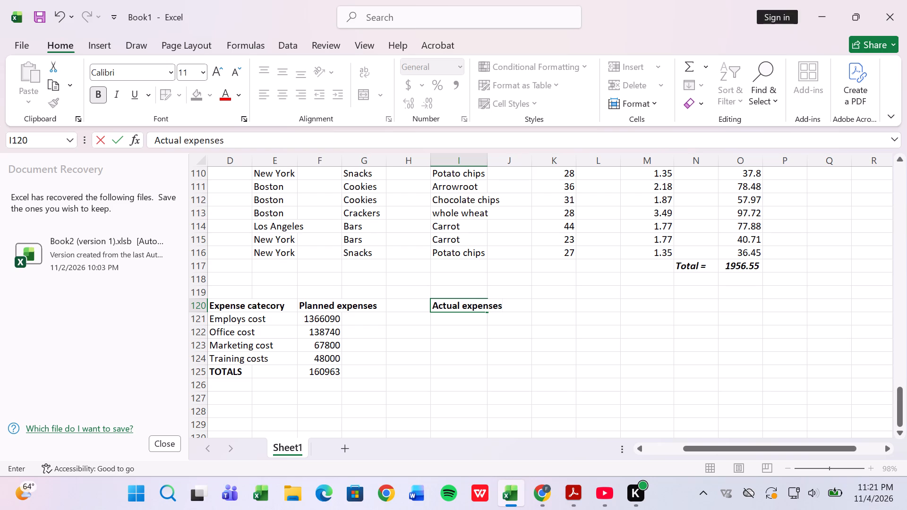
# Fill in the actual expenses for the four categories: 559130 in I121, 69350 in I122, 33150 in I123 and 21300 in I124.
pyautogui.click(443, 321)
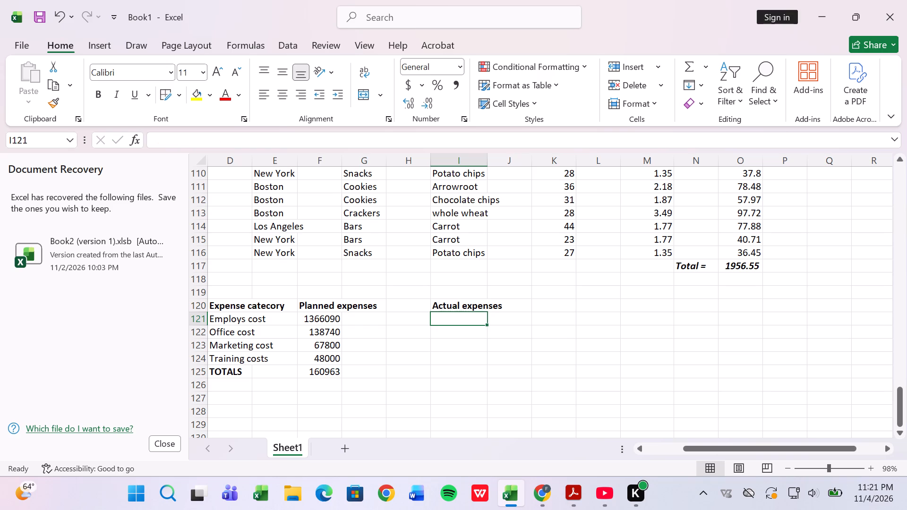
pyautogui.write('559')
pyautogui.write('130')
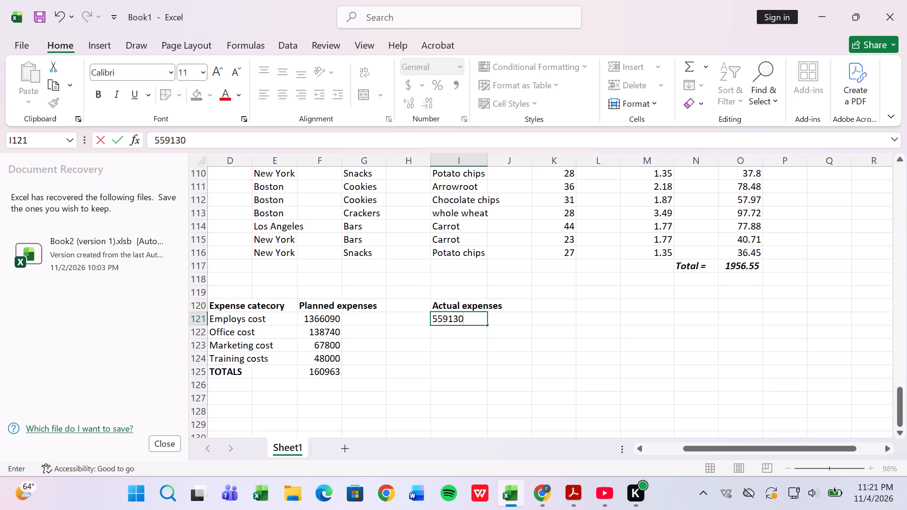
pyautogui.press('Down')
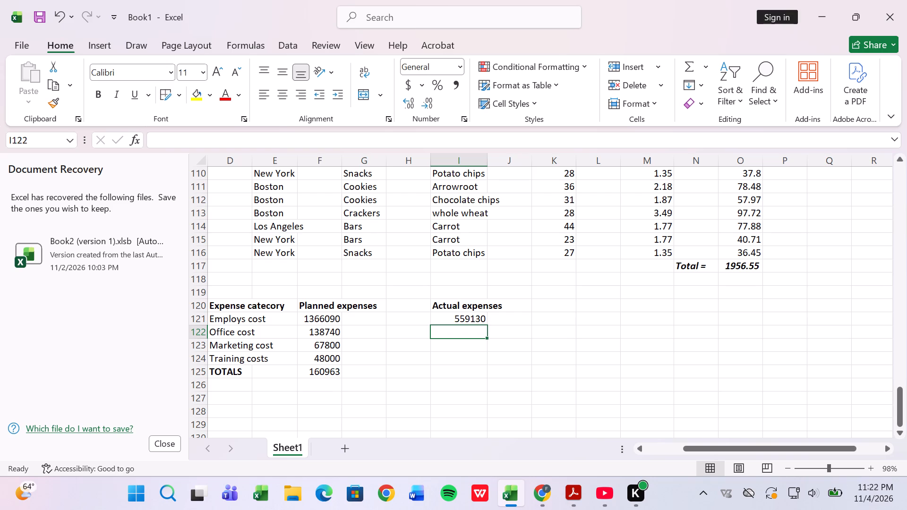
pyautogui.click(457, 333)
pyautogui.press('6')
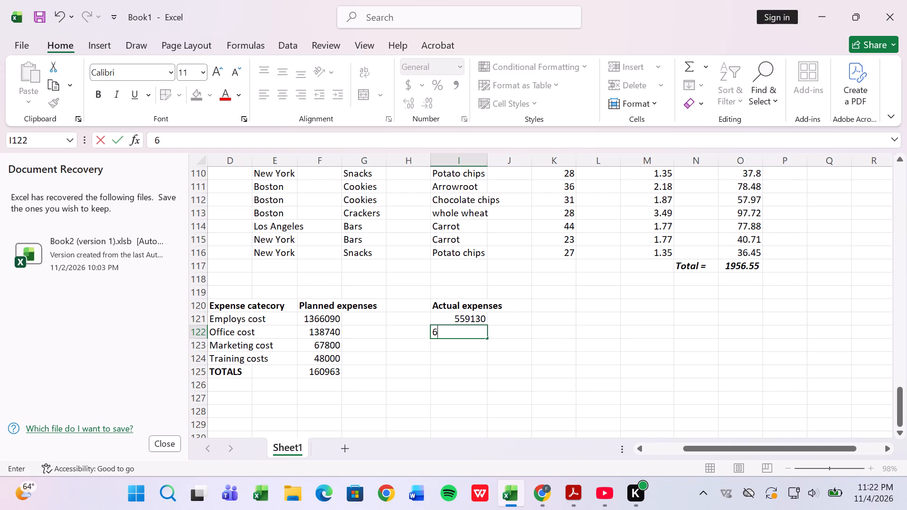
pyautogui.press('9')
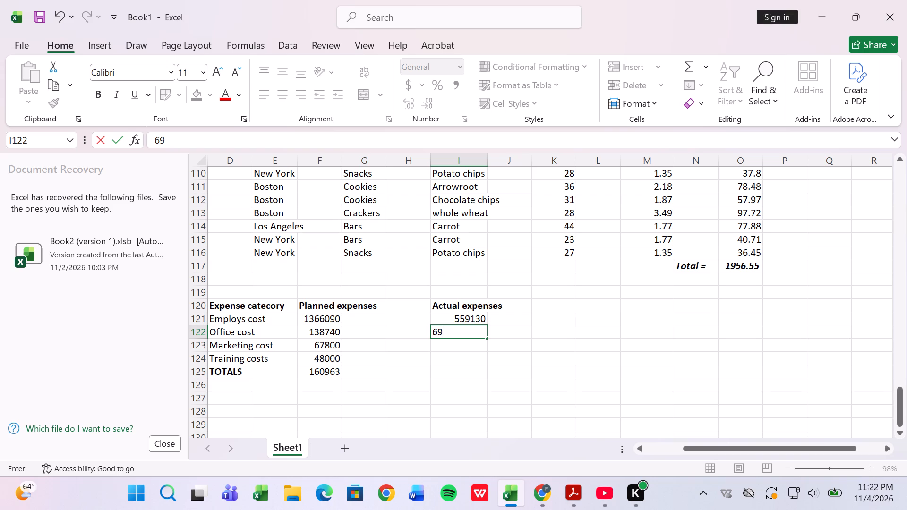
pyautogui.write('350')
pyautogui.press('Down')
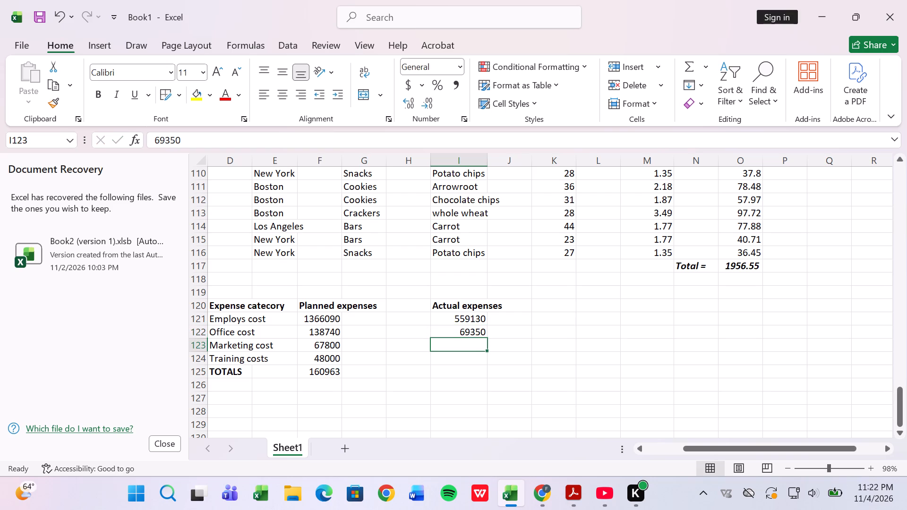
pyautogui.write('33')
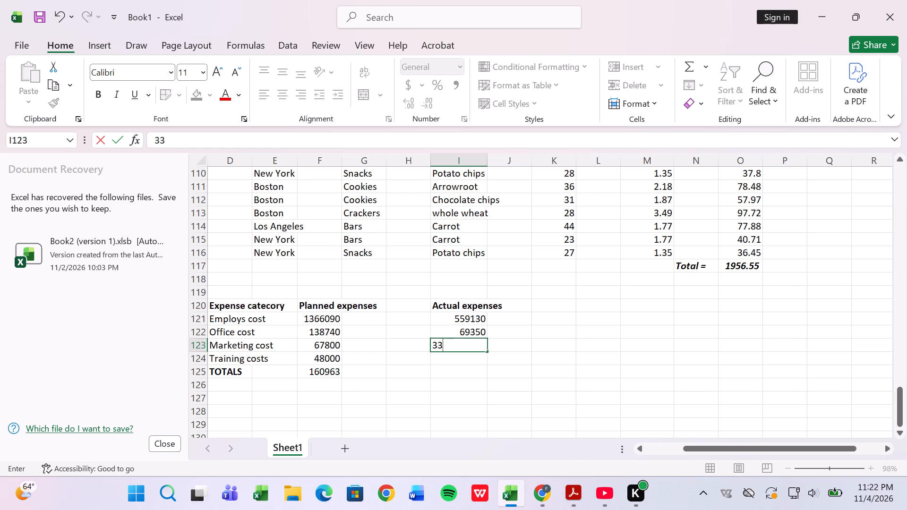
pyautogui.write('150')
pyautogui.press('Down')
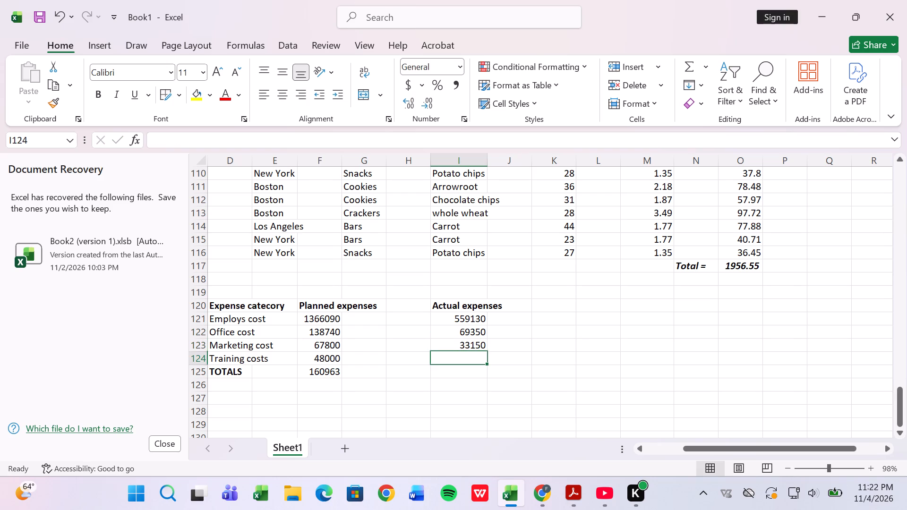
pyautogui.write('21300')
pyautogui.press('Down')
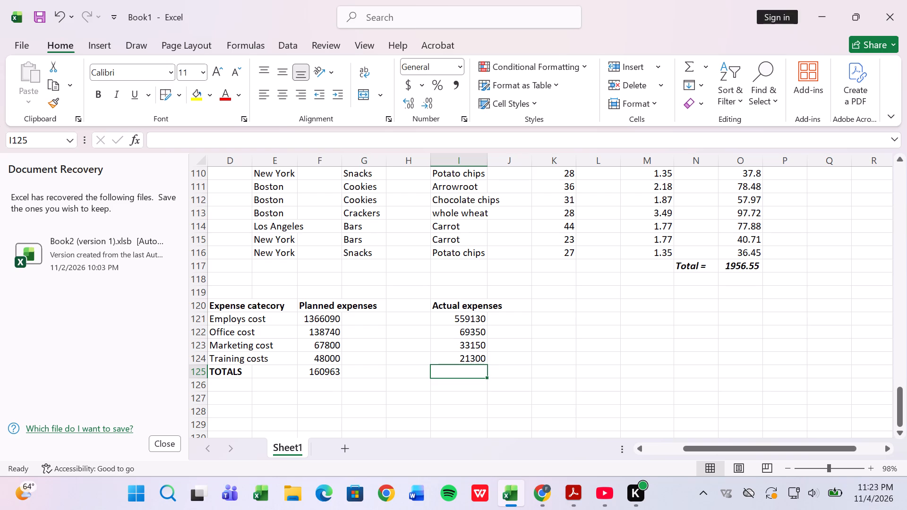
# Enter 702909 in I125 as the actual expenses figure in the TOTALS row.
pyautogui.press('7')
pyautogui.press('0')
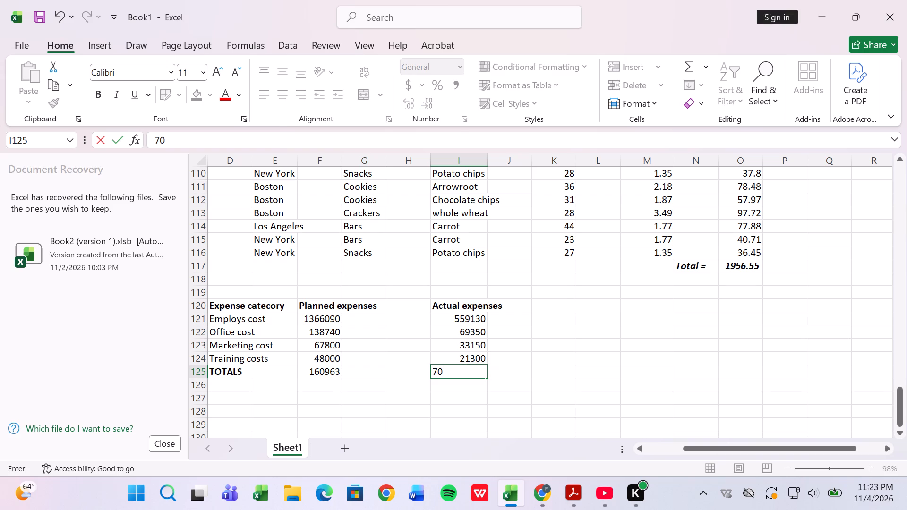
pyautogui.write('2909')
pyautogui.click(561, 301)
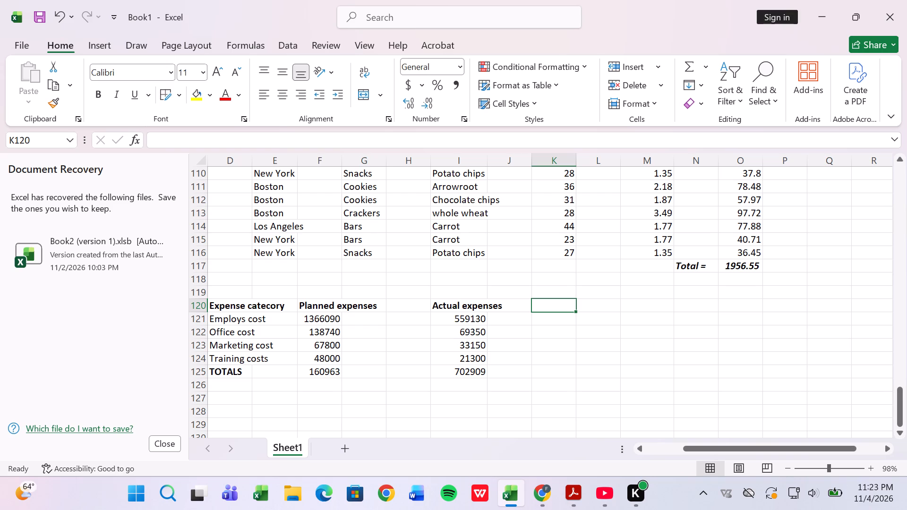
# Add a bold "Varlance percentage" column header in K120, on the same row as the Actual expenses header.
pyautogui.click(553, 300)
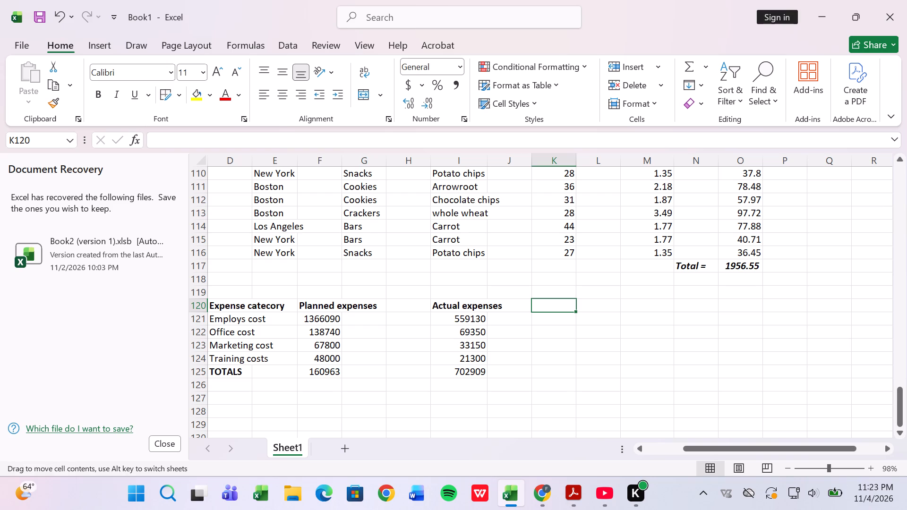
pyautogui.click(96, 103)
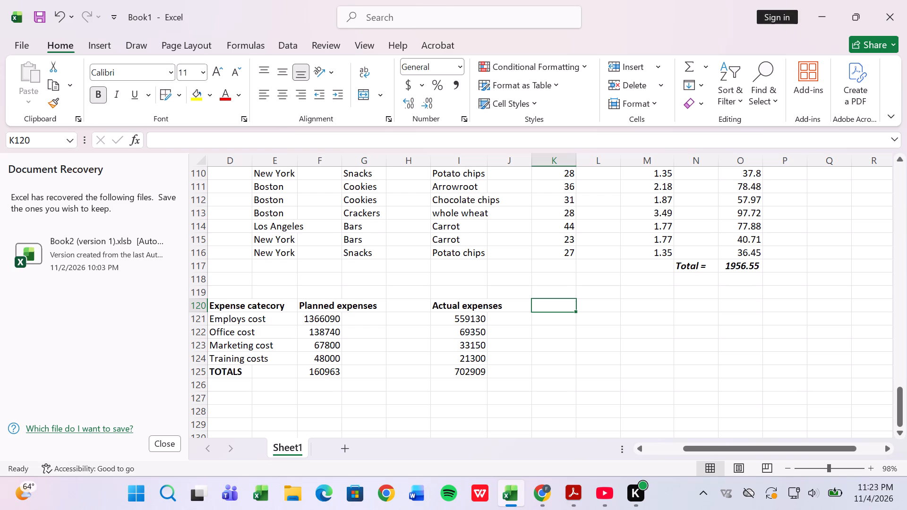
pyautogui.write('Var')
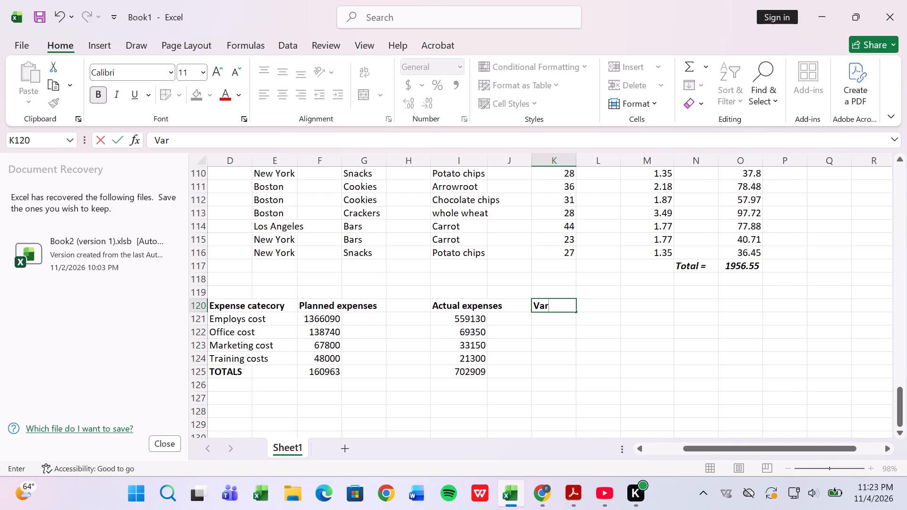
pyautogui.press('l')
pyautogui.press('a')
pyautogui.press('n')
pyautogui.write('ce')
pyautogui.press('space')
pyautogui.write('p')
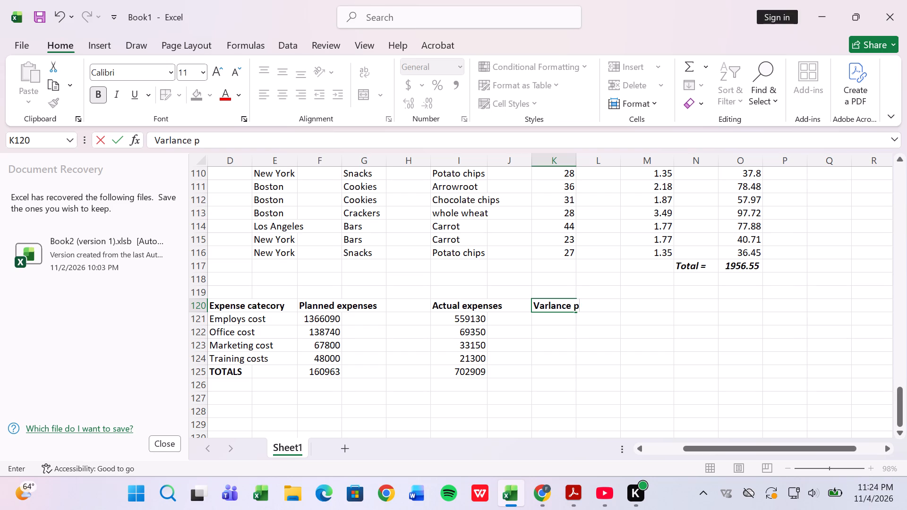
pyautogui.write('er')
pyautogui.press('c')
pyautogui.write('enta')
pyautogui.write('ge')
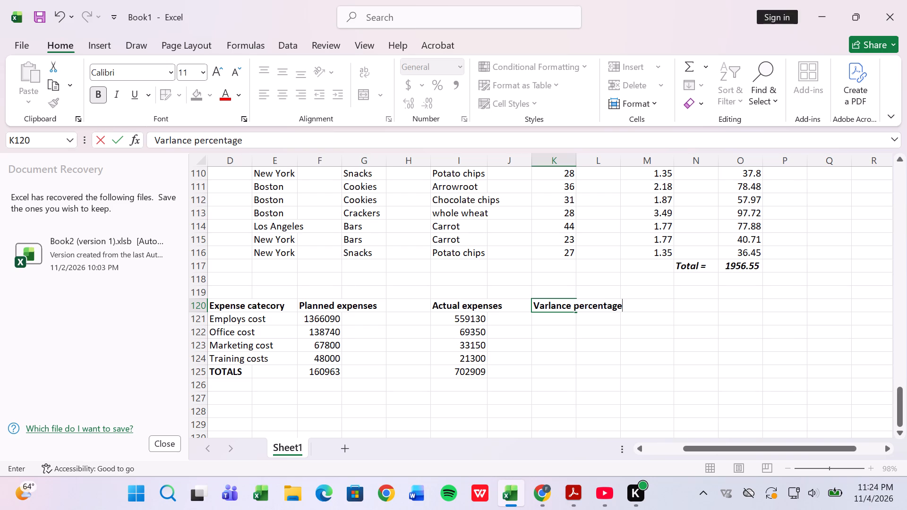
# Fill in the variance percentages for the four expense categories: 51% in K121, 50% in K122, 51% in K123 and 56% in K124.
pyautogui.click(549, 318)
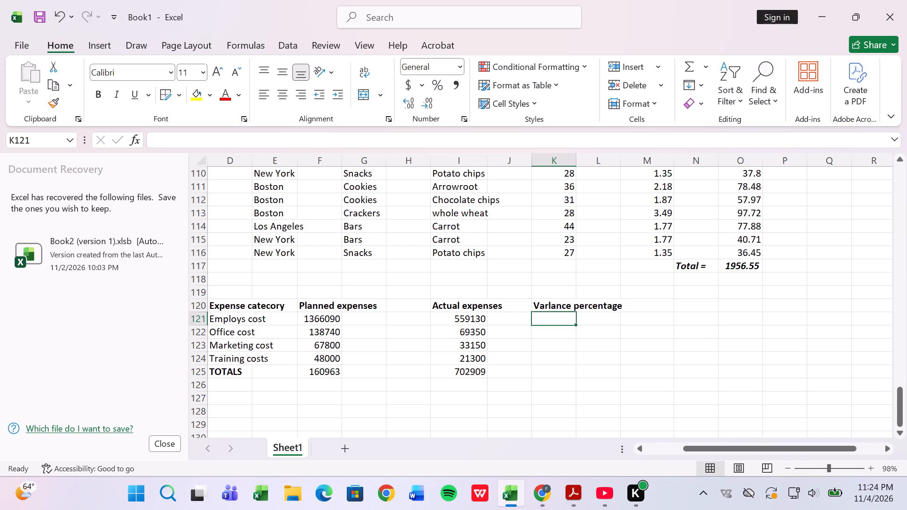
pyautogui.write('51')
pyautogui.hotkey('shift', '%')
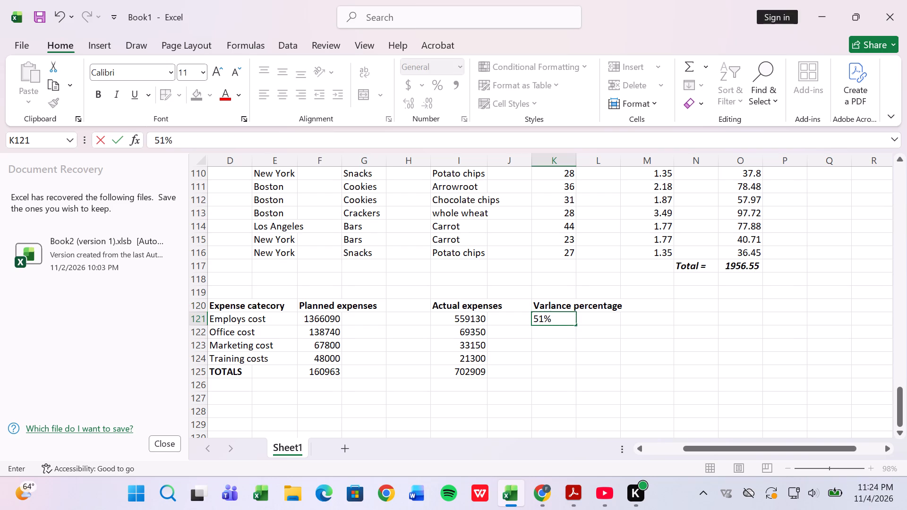
pyautogui.click(549, 332)
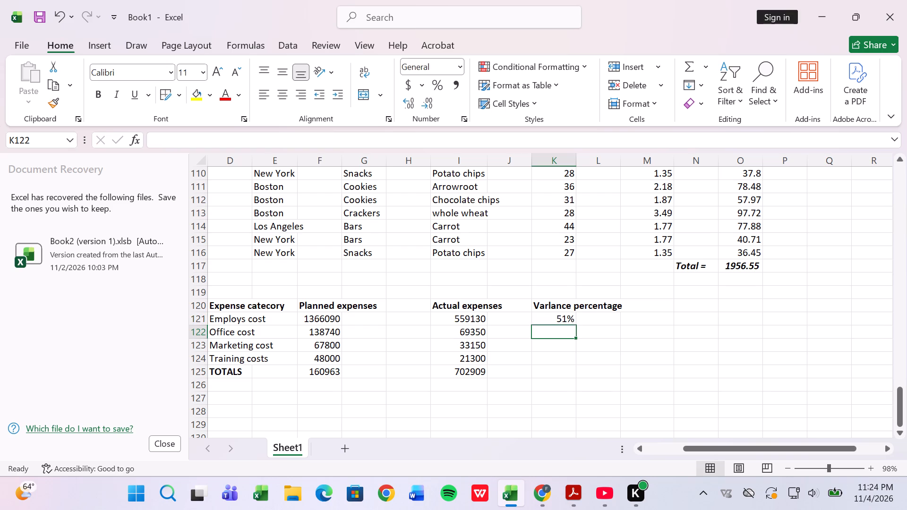
pyautogui.press('5')
pyautogui.press('9')
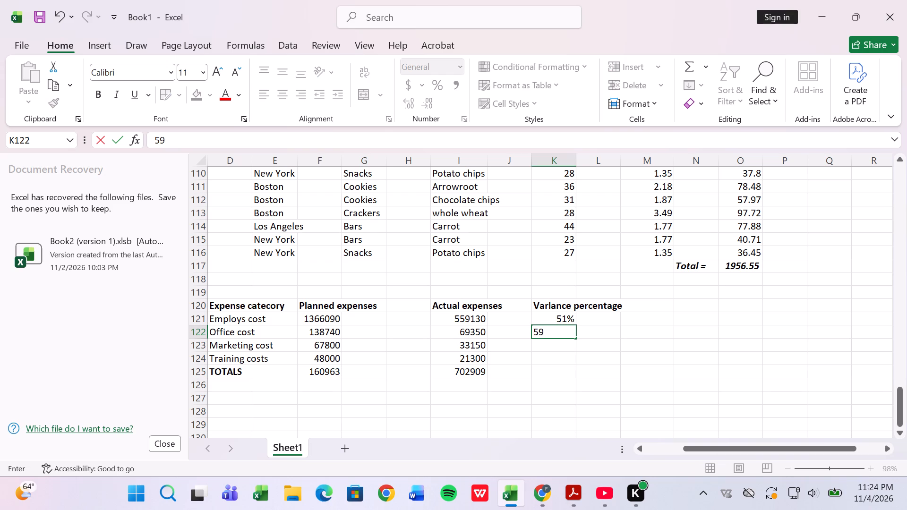
pyautogui.hotkey('shift', '%')
pyautogui.click(542, 330)
pyautogui.press('BackSpace')
pyautogui.press('0')
pyautogui.click(553, 348)
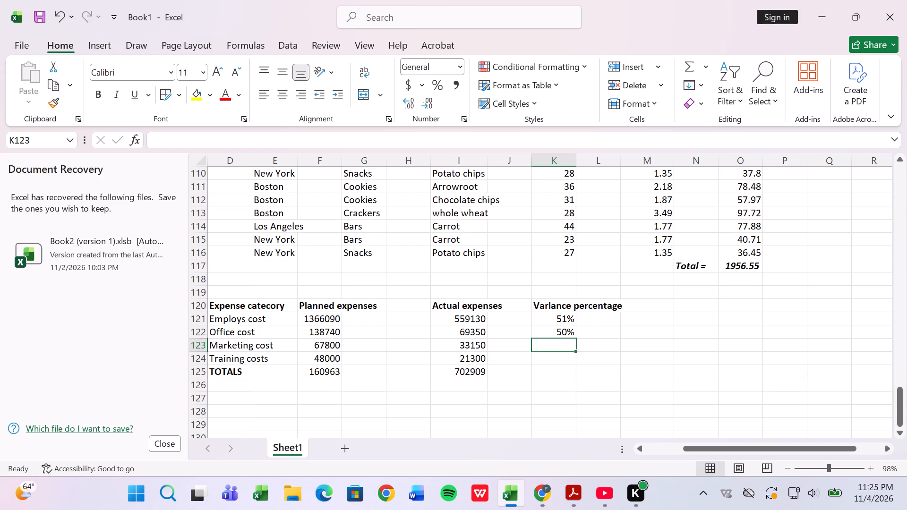
pyautogui.write('51')
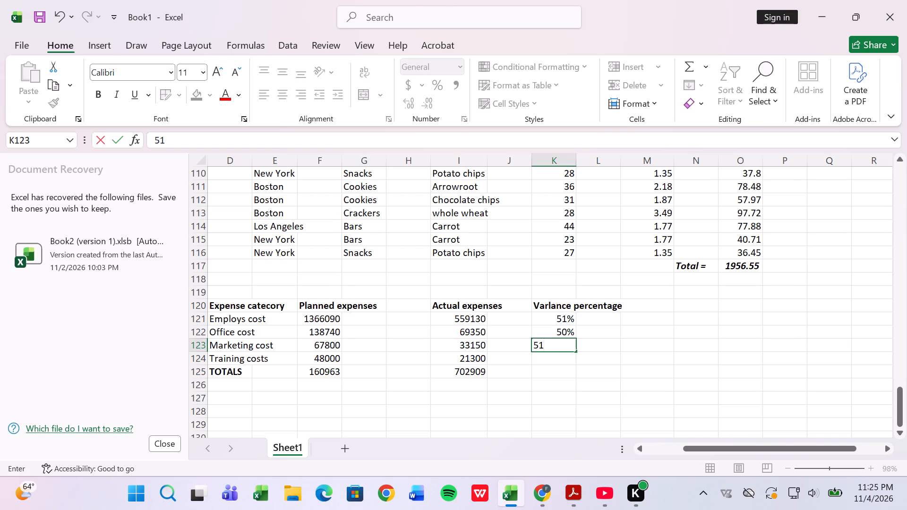
pyautogui.hotkey('shift', '%')
pyautogui.press('Down')
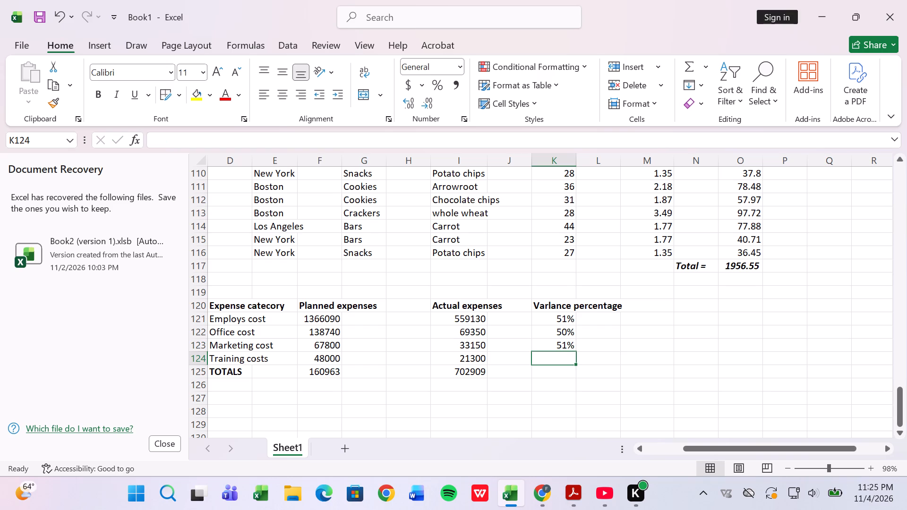
pyautogui.write('56')
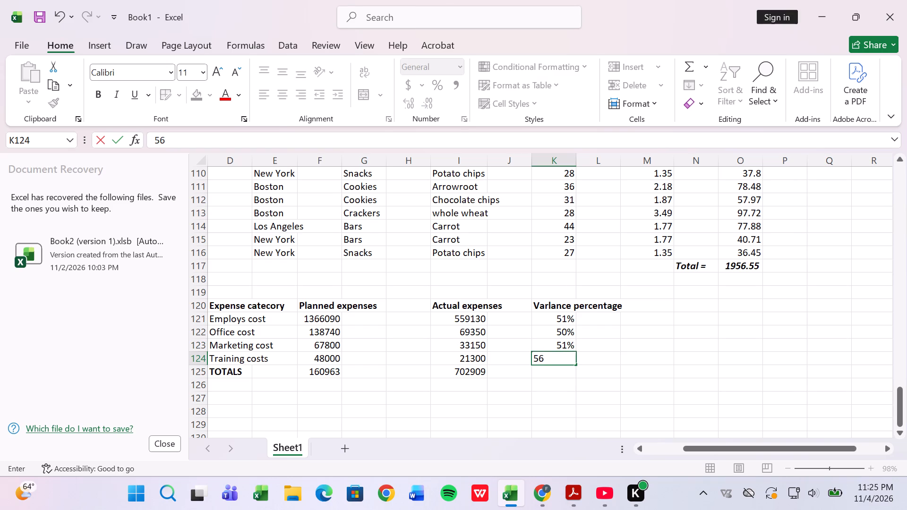
pyautogui.hotkey('shift', '%')
pyautogui.press('Down')
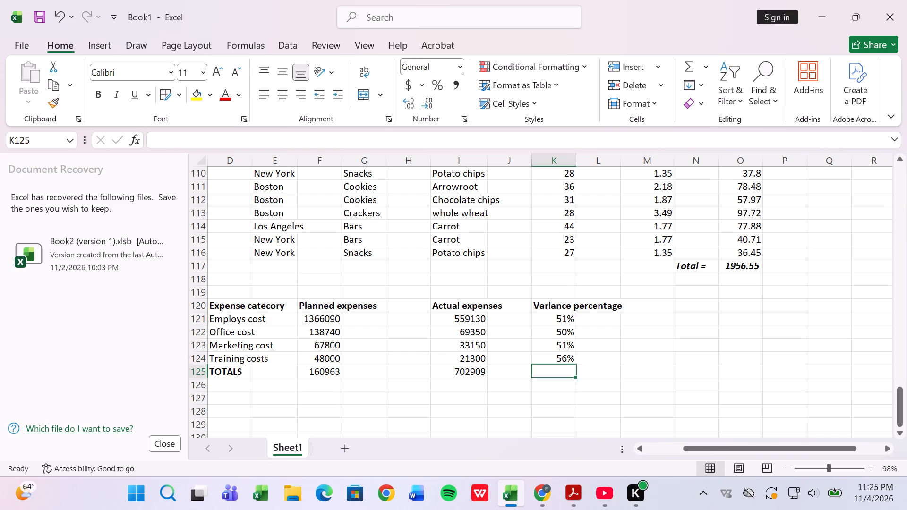
# Enter 51% in K125 as the variance percentage in the TOTALS row.
pyautogui.write('51')
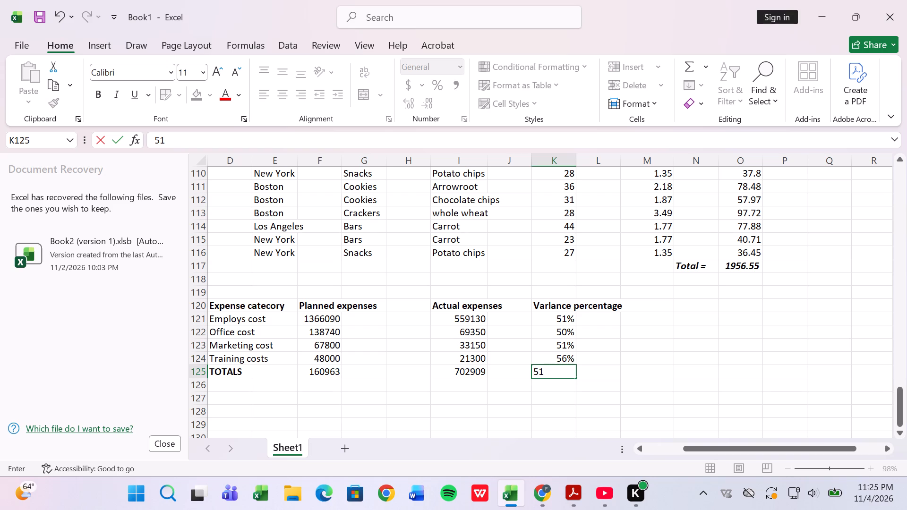
pyautogui.hotkey('shift', '%')
pyautogui.press('Down')
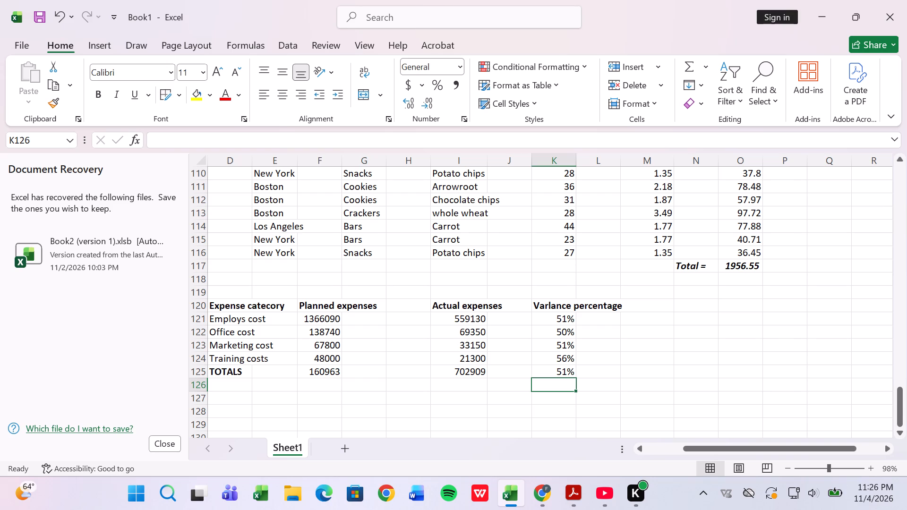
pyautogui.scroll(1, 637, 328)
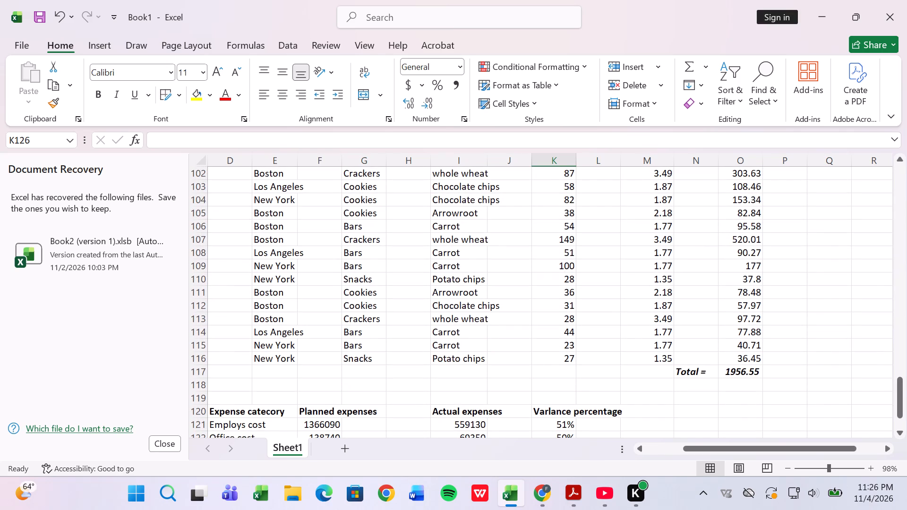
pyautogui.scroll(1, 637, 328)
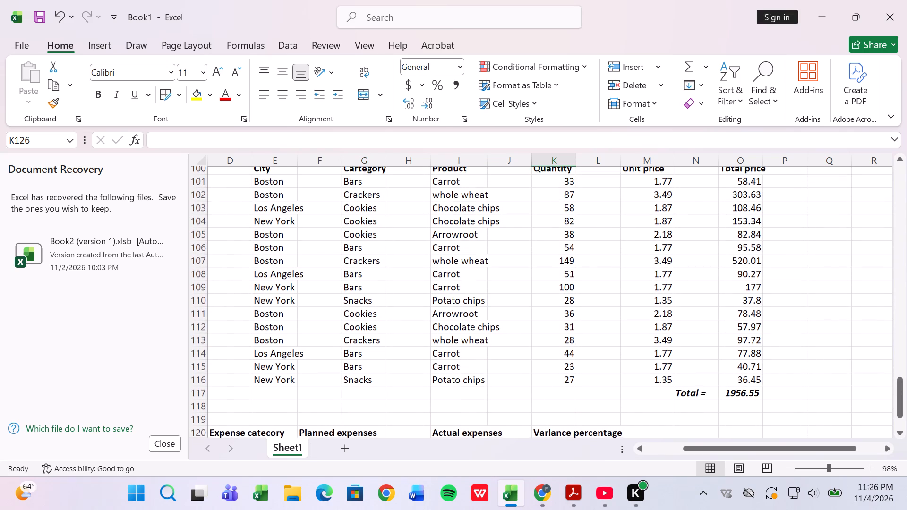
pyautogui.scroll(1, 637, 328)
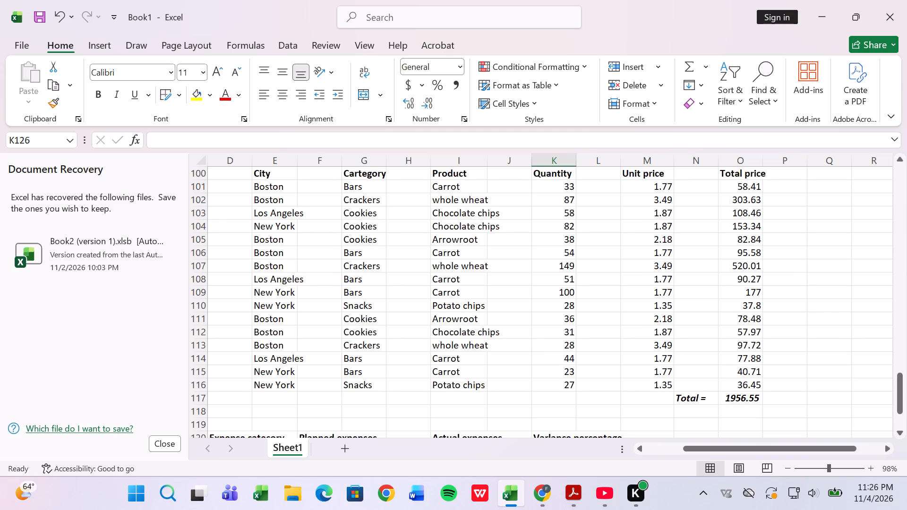